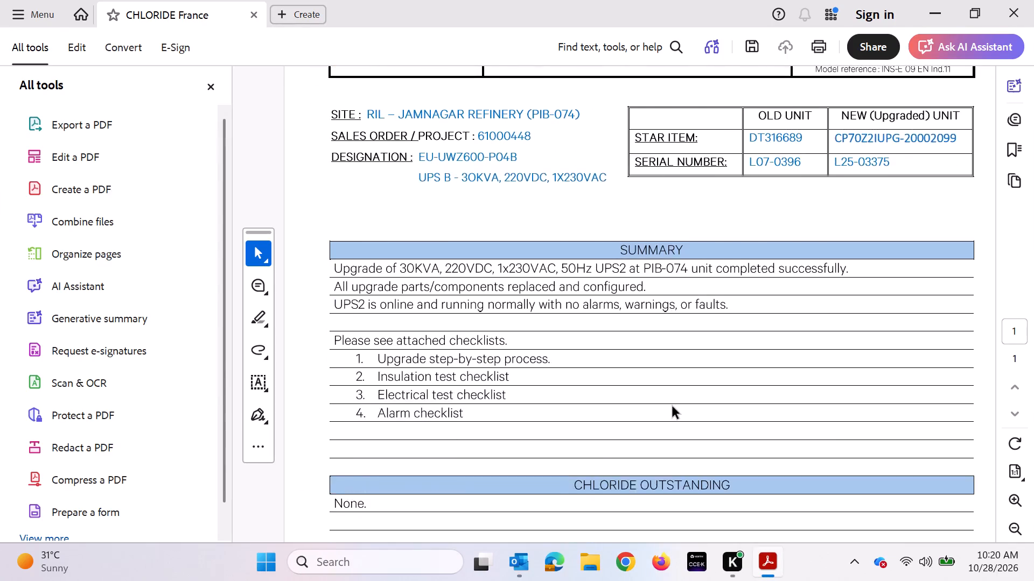
Review the Service Final Report's first page, from the summary and attached checklists back up to the site, unit and reference details.
{"action": "scroll", "coordinate": [673, 407], "scroll_direction": "down", "scroll_amount": 3}
{"action": "scroll", "coordinate": [673, 407], "scroll_direction": "up", "scroll_amount": 1}
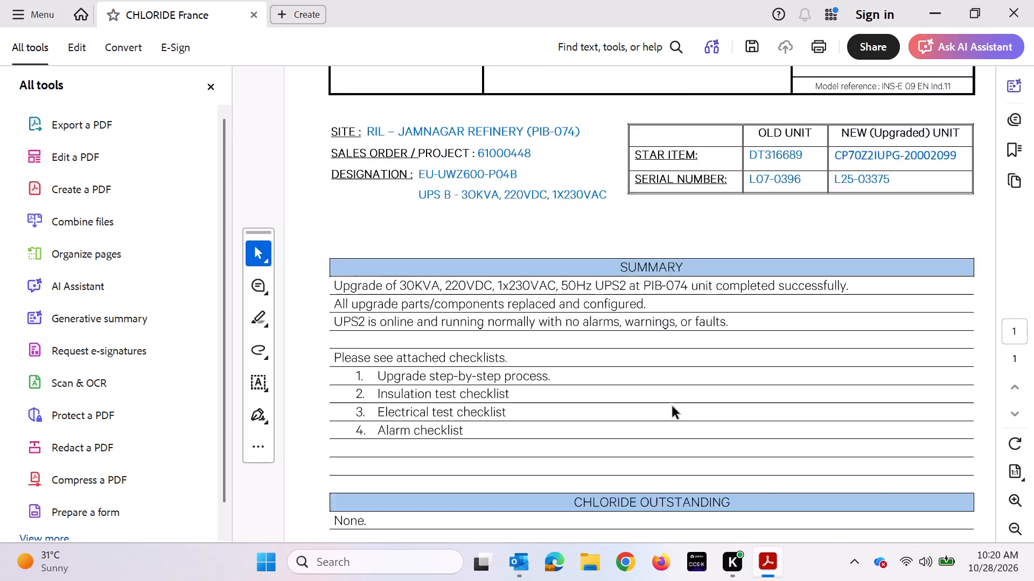
{"action": "scroll", "coordinate": [673, 407], "scroll_direction": "up", "scroll_amount": 4}
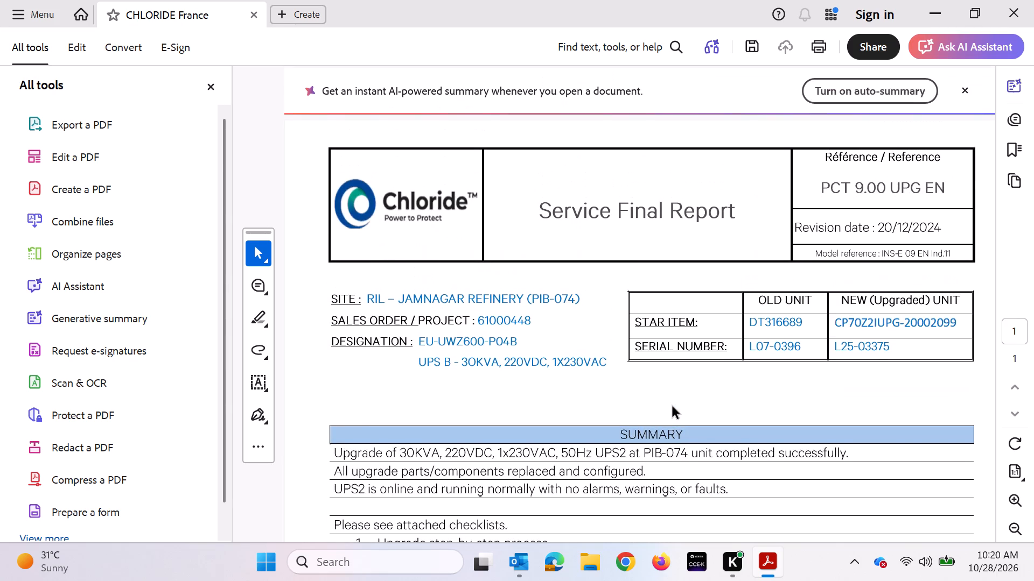
{"action": "scroll", "coordinate": [673, 407], "scroll_direction": "up", "scroll_amount": 1}
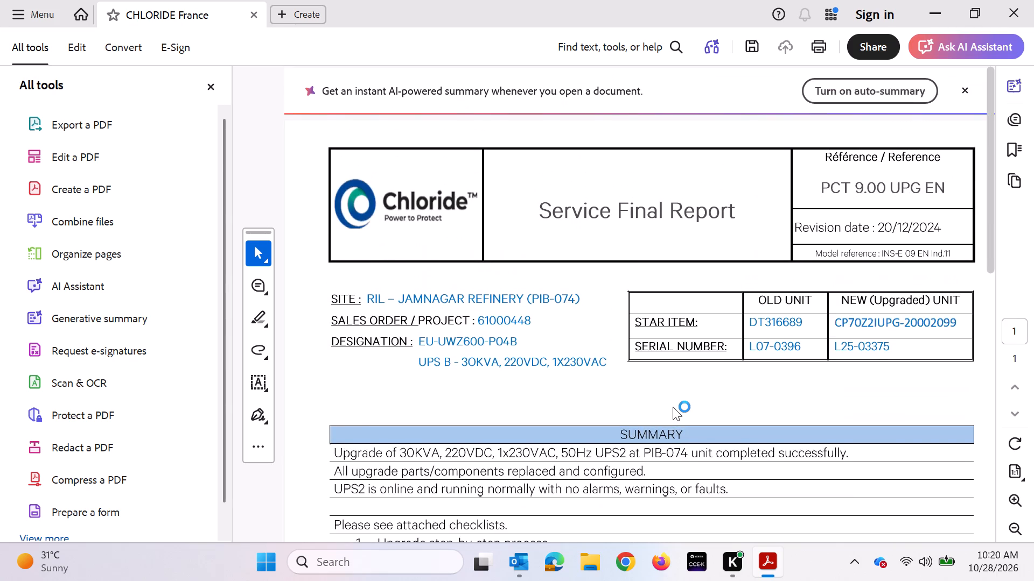
{"action": "scroll", "coordinate": [673, 407], "scroll_direction": "up", "scroll_amount": 1}
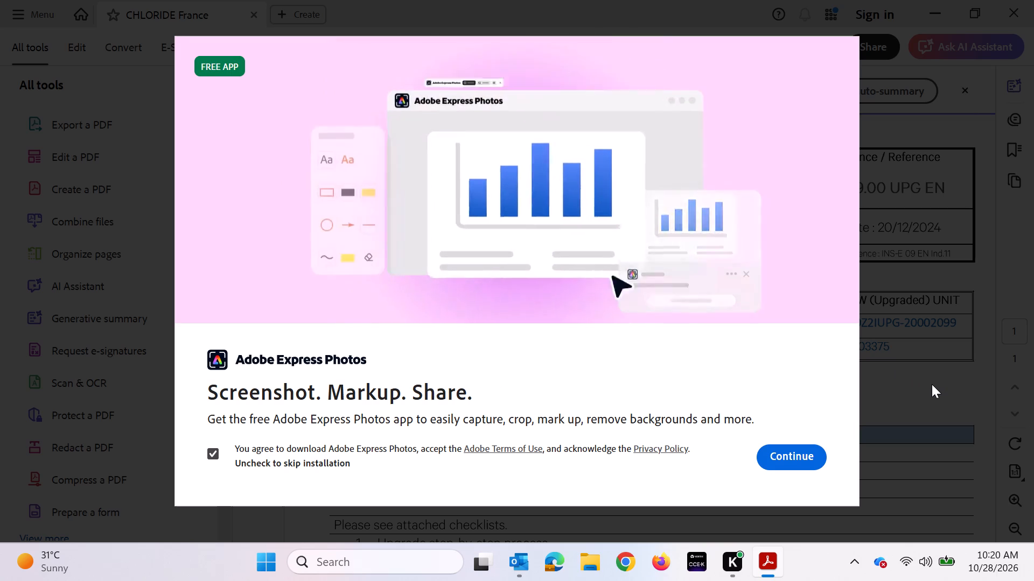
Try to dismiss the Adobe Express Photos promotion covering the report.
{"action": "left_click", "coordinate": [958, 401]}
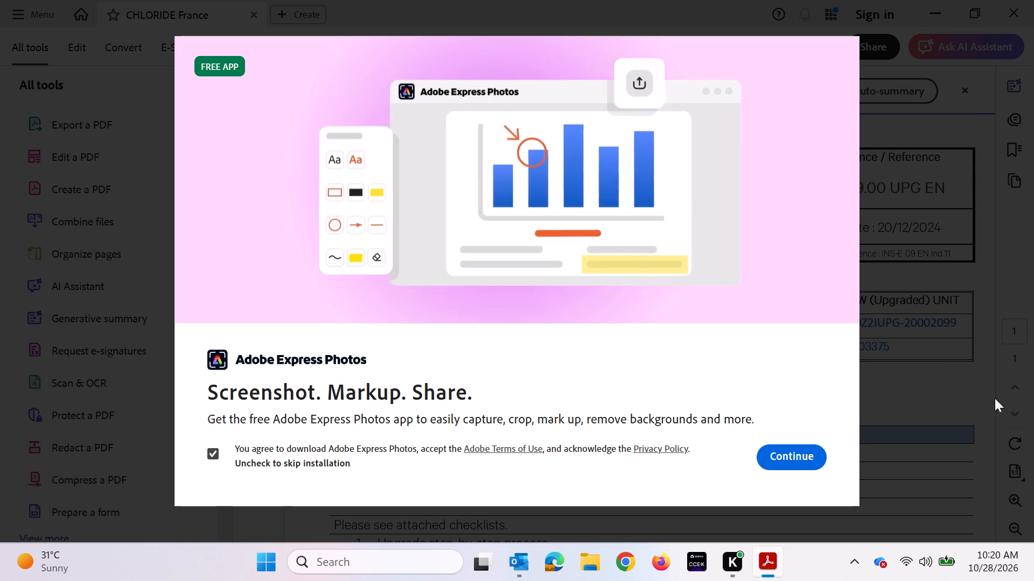
Opt out of the Adobe Express Photos download in the promotional offer so its installation is skipped.
{"action": "left_click", "coordinate": [1026, 328]}
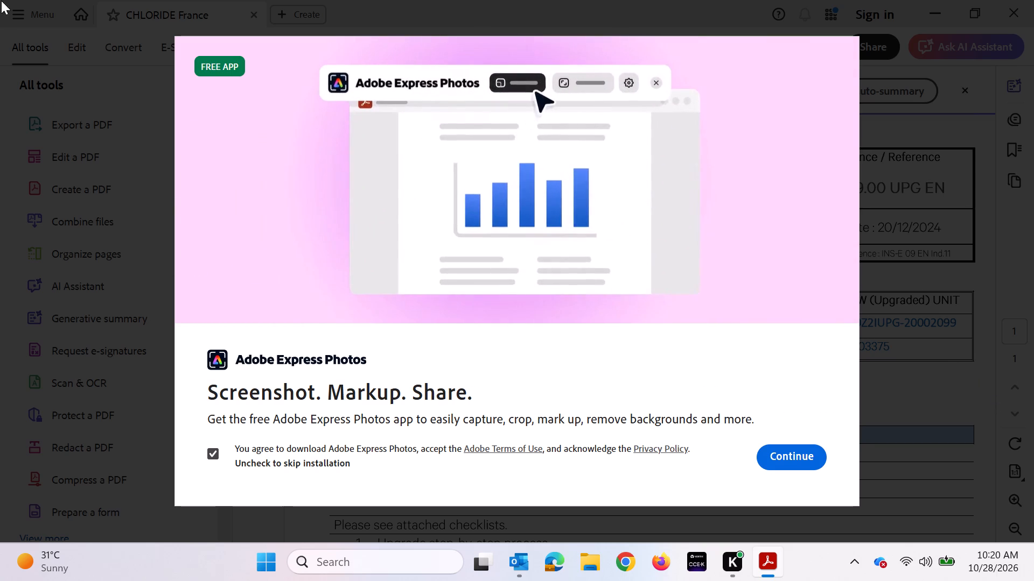
{"action": "left_click", "coordinate": [125, 94]}
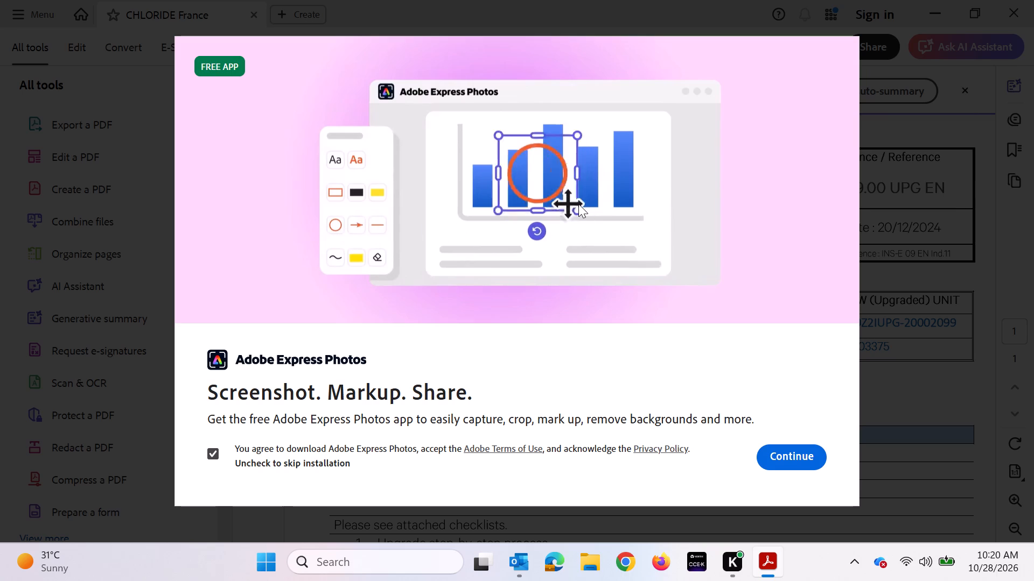
{"action": "left_click", "coordinate": [218, 454]}
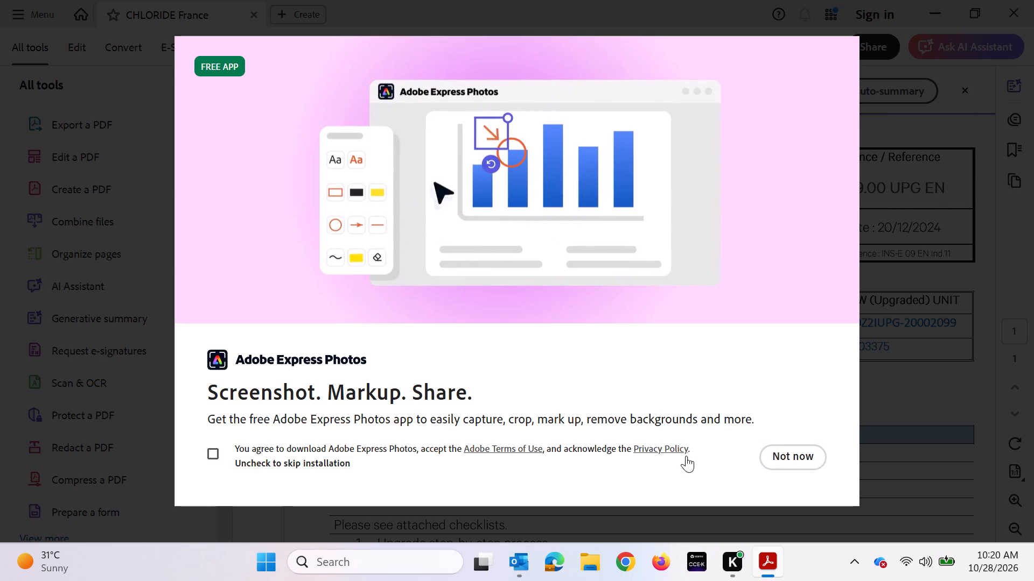
Decline the Adobe Express Photos offer to get back to the service report.
{"action": "left_click", "coordinate": [774, 458]}
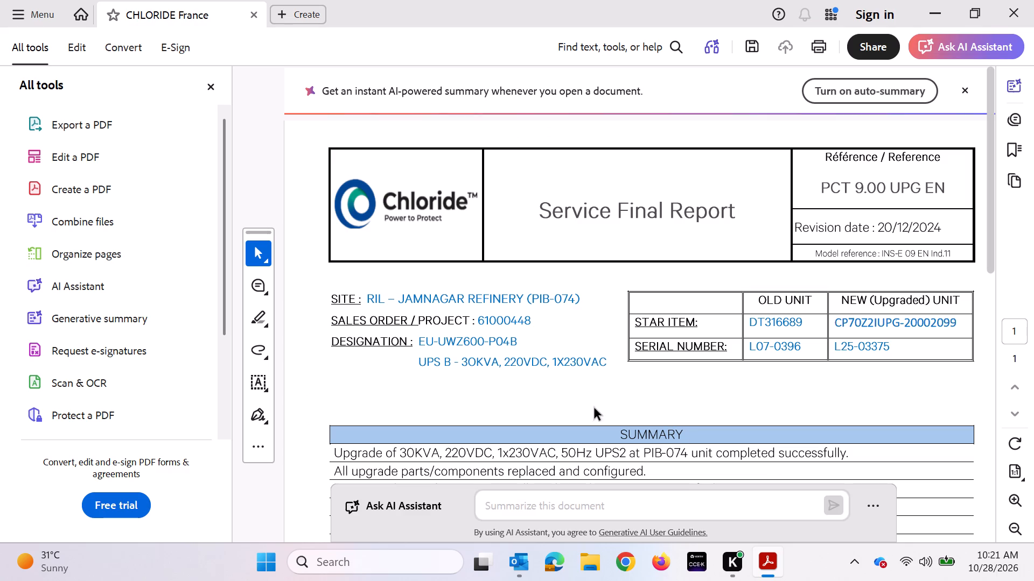
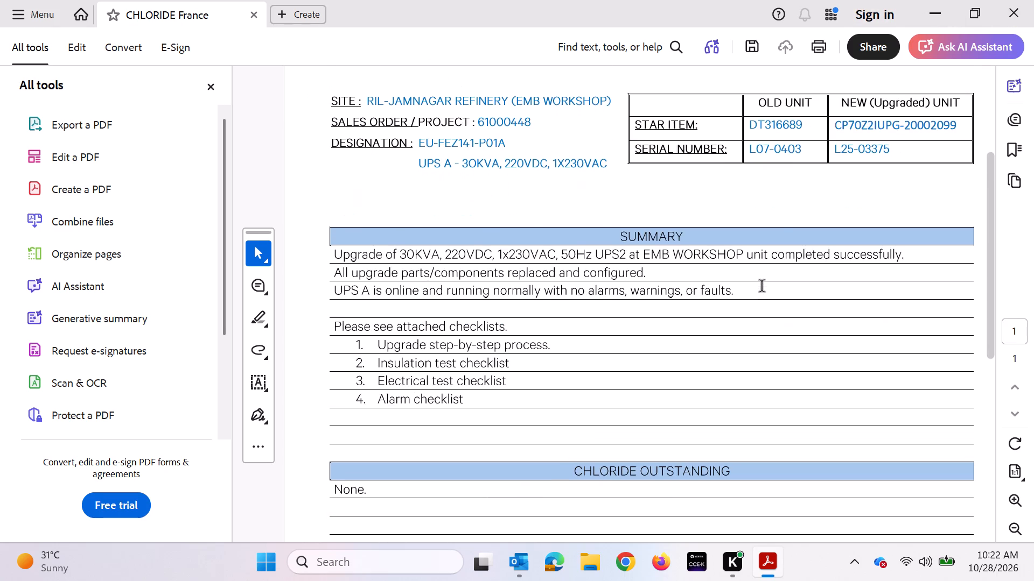
Review the UPS A report for the EMB Workshop, from the summary through the outstanding items to the sign-off table.
{"action": "scroll", "coordinate": [763, 287], "scroll_direction": "down", "scroll_amount": 1}
{"action": "scroll", "coordinate": [763, 287], "scroll_direction": "up", "scroll_amount": 1}
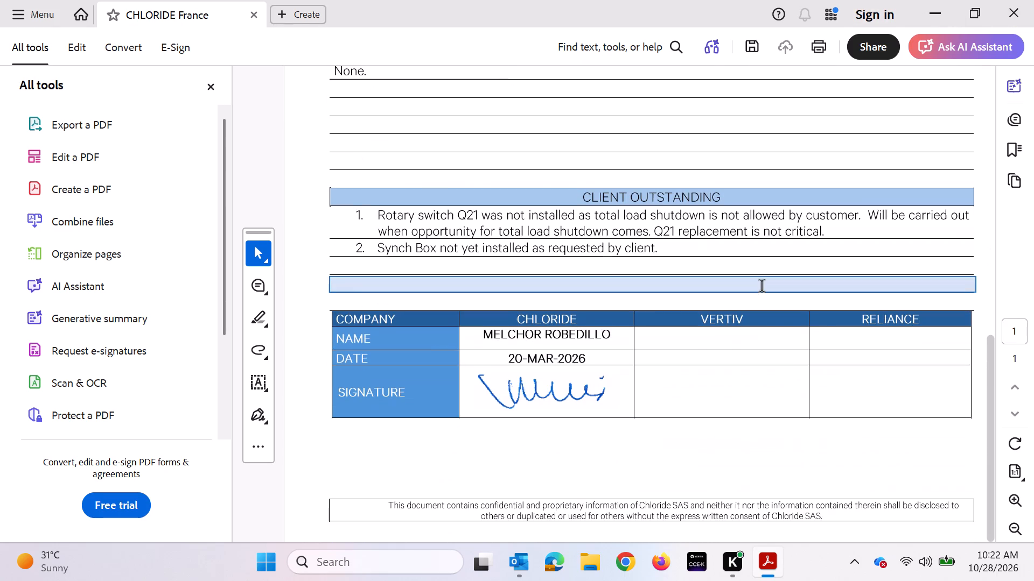
{"action": "scroll", "coordinate": [763, 287], "scroll_direction": "up", "scroll_amount": 3}
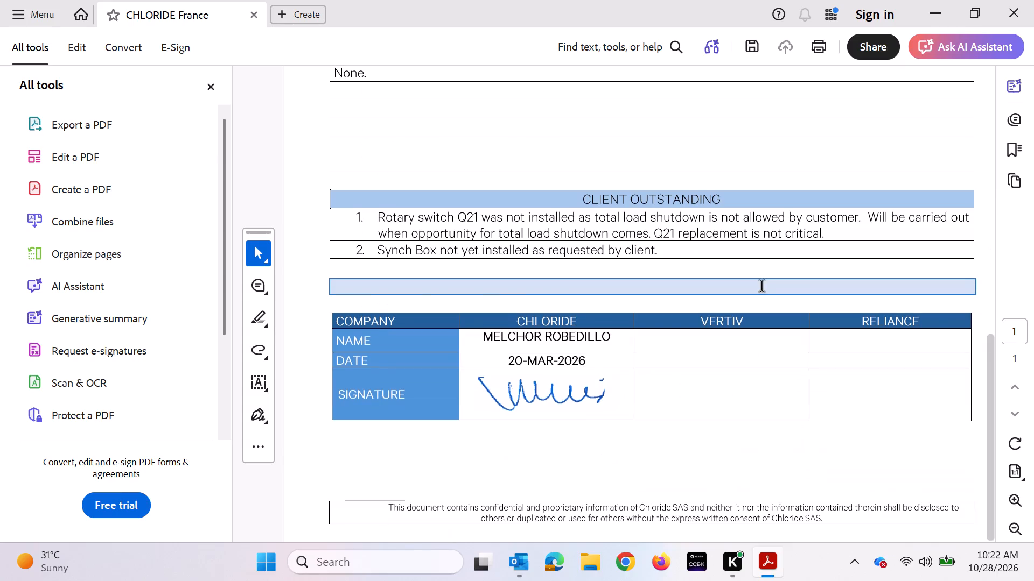
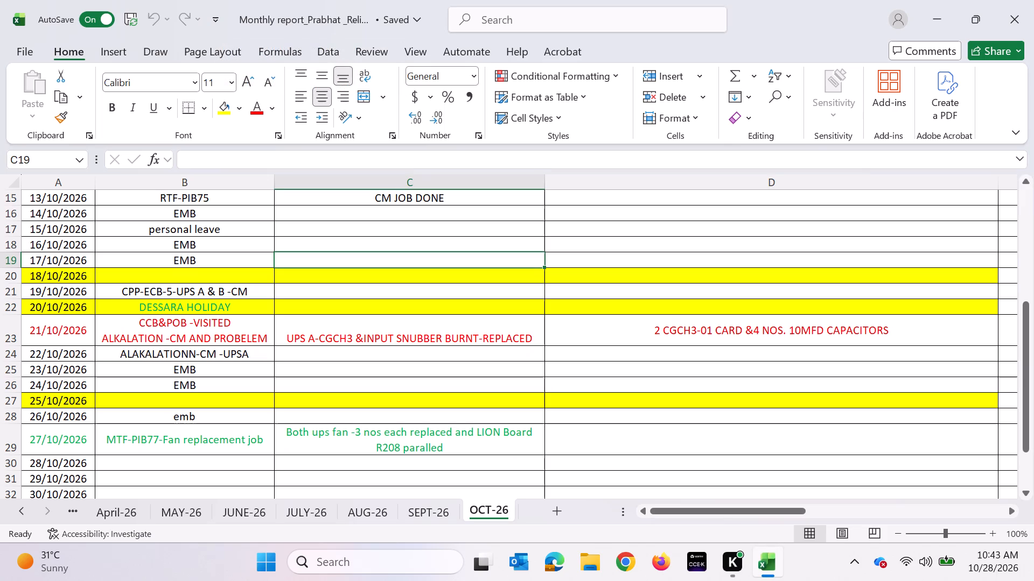
Enter EMB as the column B activity for 28/10/2026 on the OCT-26 sheet.
{"action": "scroll", "coordinate": [424, 400], "scroll_direction": "down", "scroll_amount": 2}
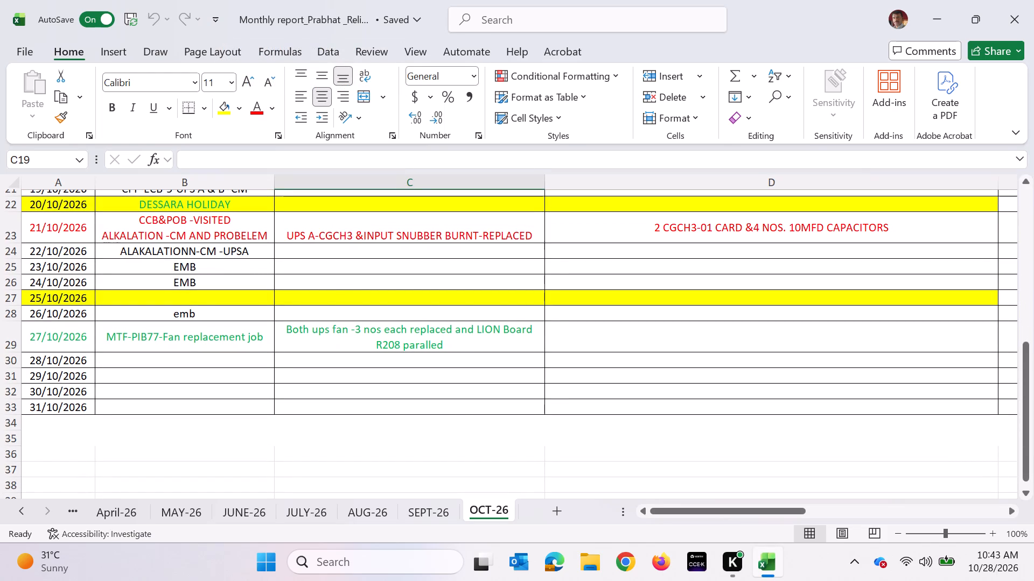
{"action": "left_click", "coordinate": [220, 365]}
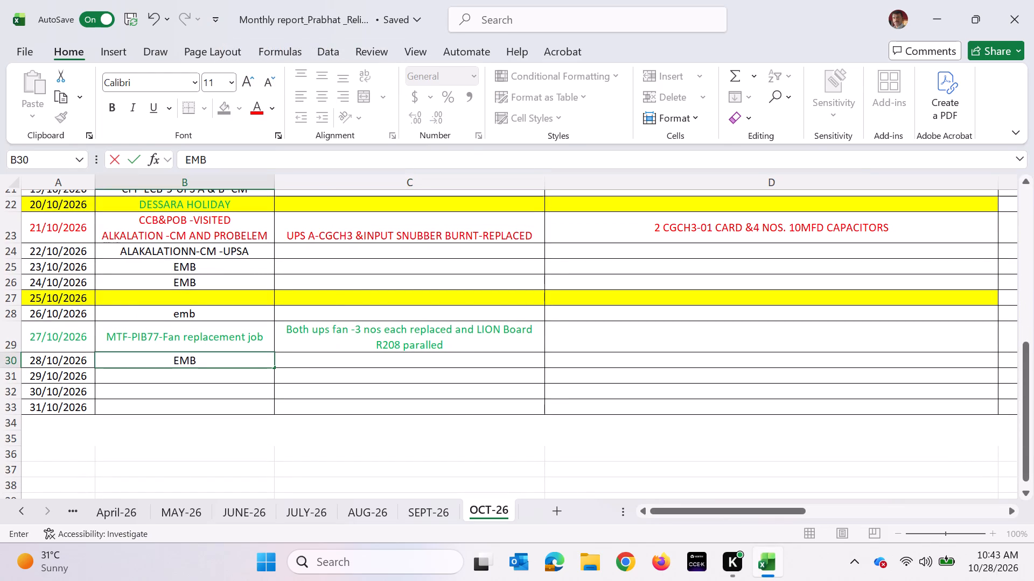
Enter "CTU-PM FOR UPS A & B" as the column B activity for 29/10/2026.
{"action": "left_click", "coordinate": [216, 377]}
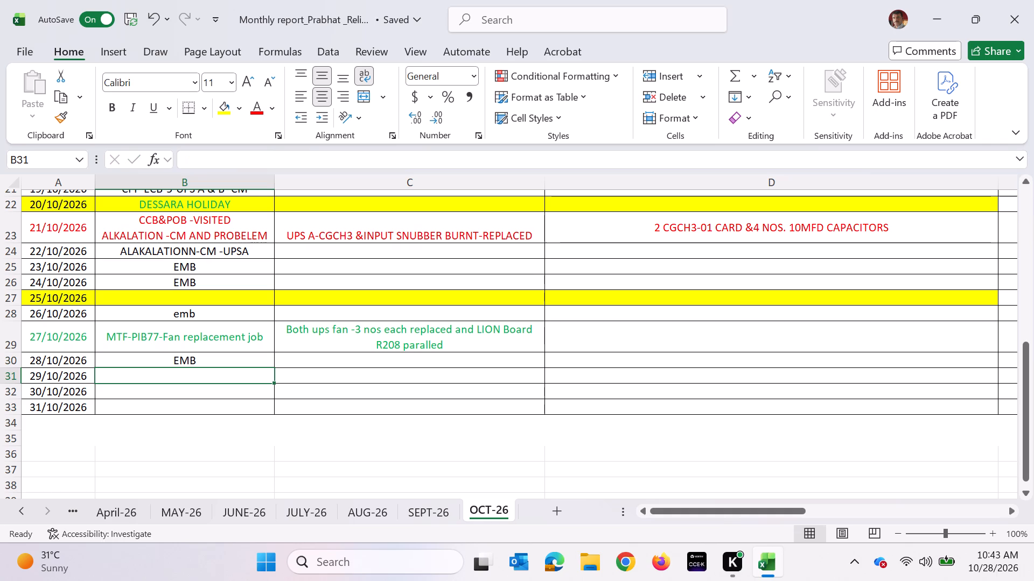
{"action": "key", "text": "c"}
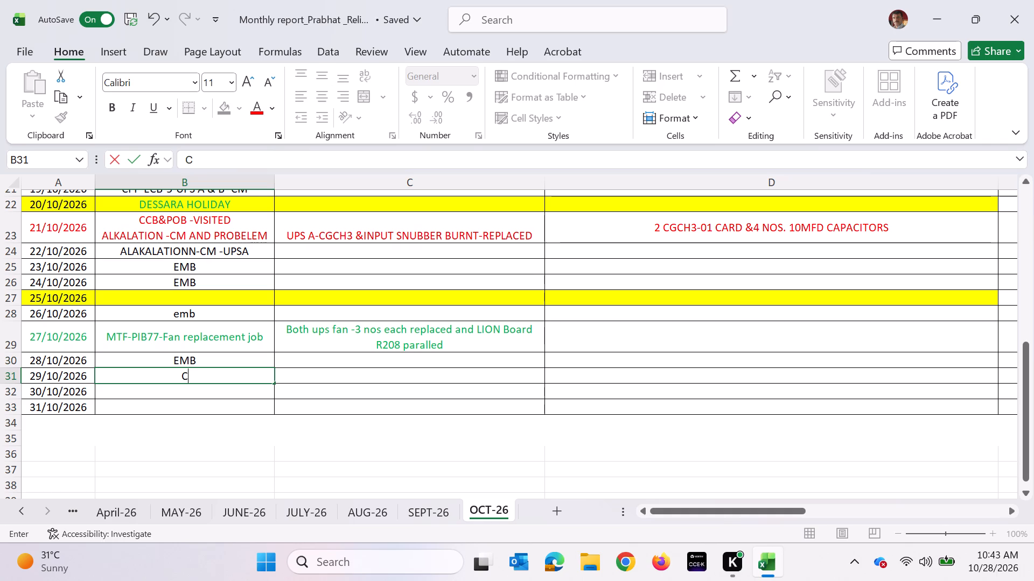
{"action": "key", "text": "t"}
{"action": "type", "text": "TU"}
{"action": "type", "text": "-PM"}
{"action": "key", "text": "space"}
{"action": "type", "text": "FOR UPS A"}
{"action": "key", "text": "space"}
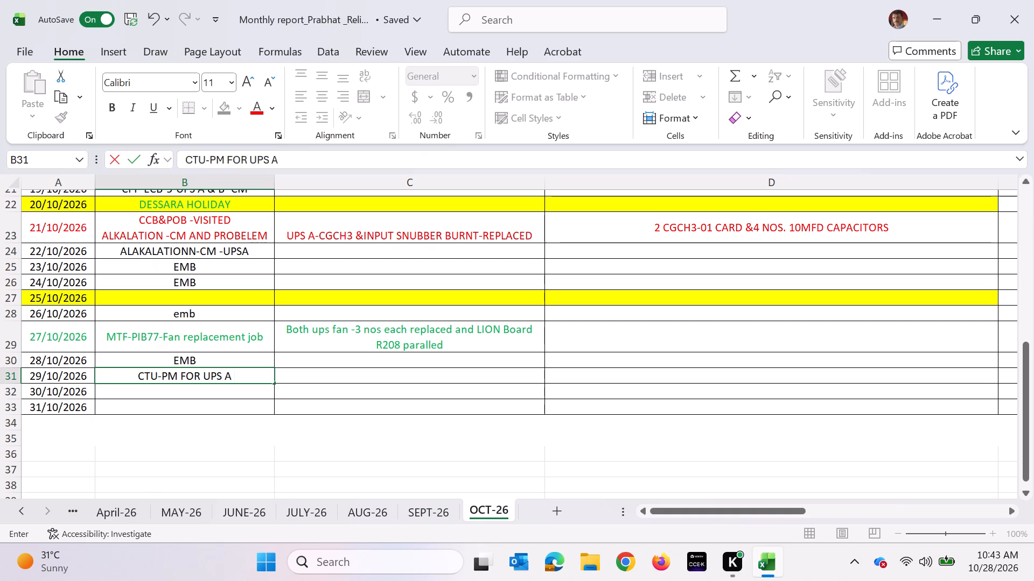
{"action": "key", "text": "shift+ampersand"}
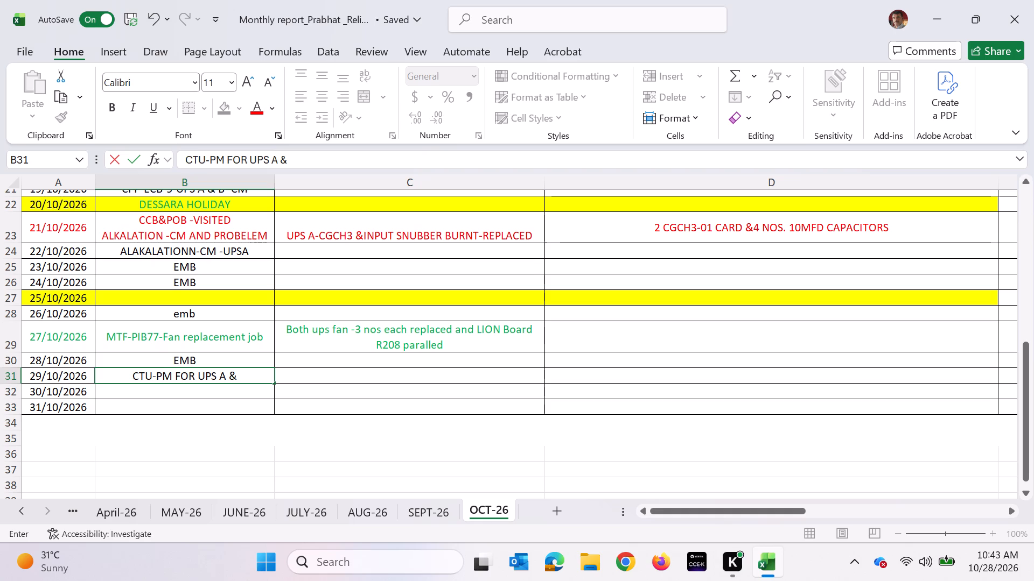
{"action": "key", "text": "space"}
{"action": "type", "text": "B"}
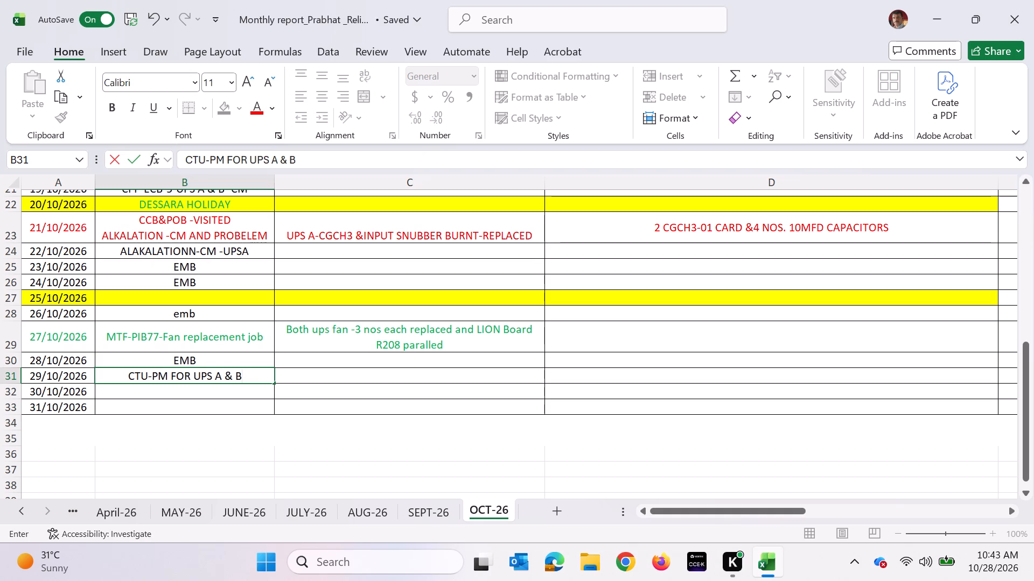
{"action": "left_click", "coordinate": [351, 375]}
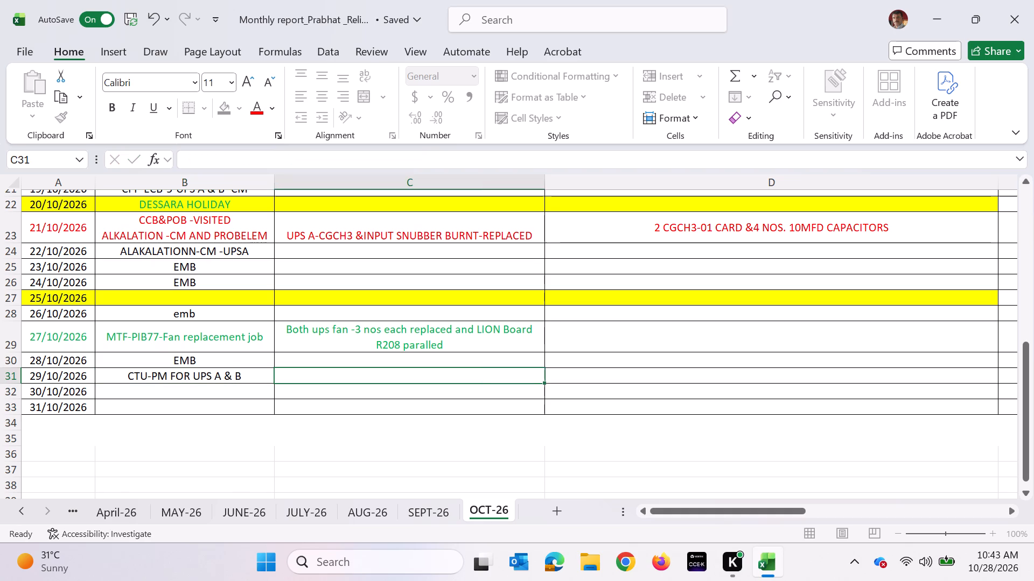
Save the monthly report workbook.
{"action": "left_click", "coordinate": [129, 16]}
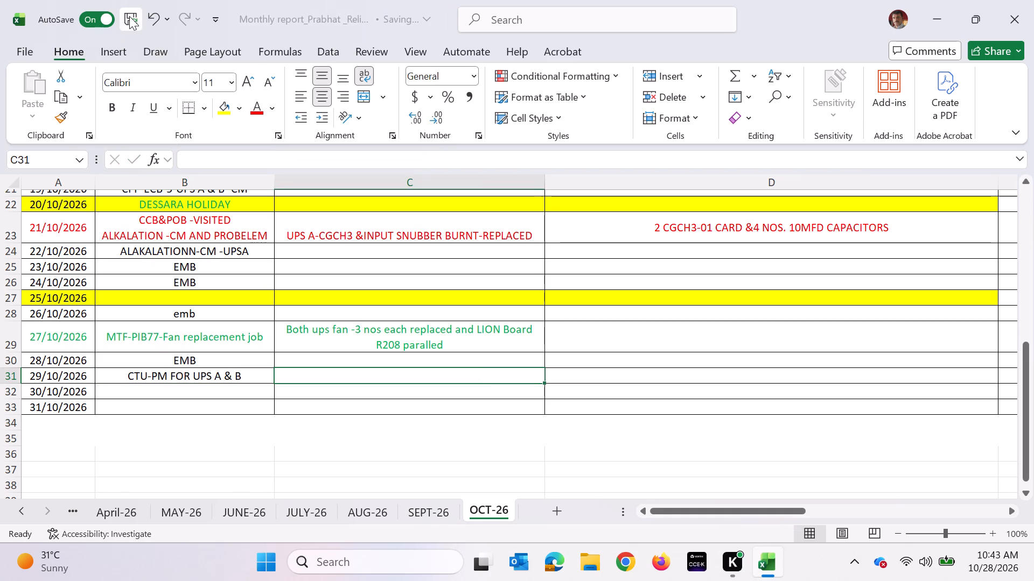
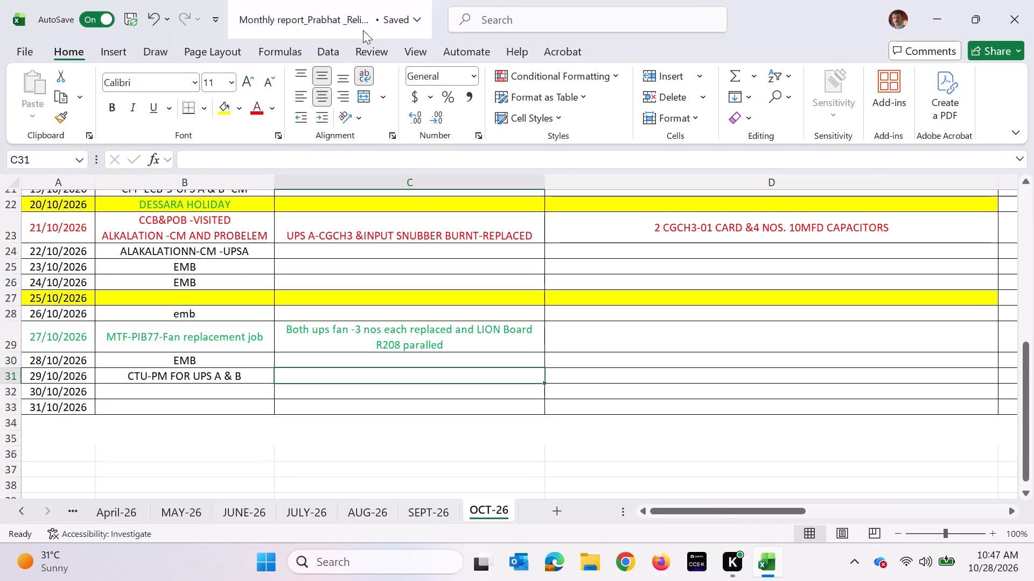
Save the monthly report workbook once more and close it.
{"action": "left_click", "coordinate": [132, 19]}
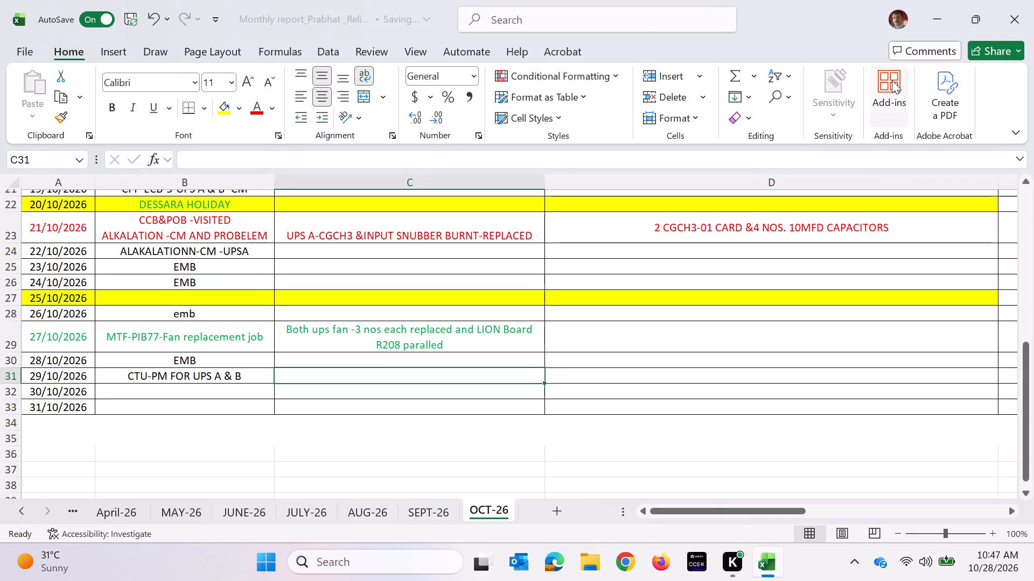
{"action": "left_click", "coordinate": [1014, 24]}
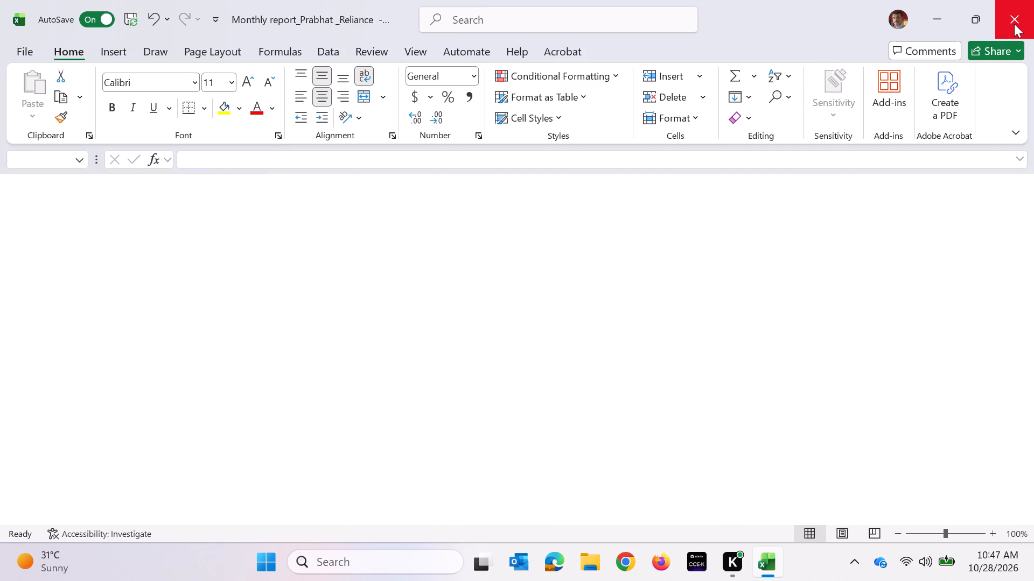
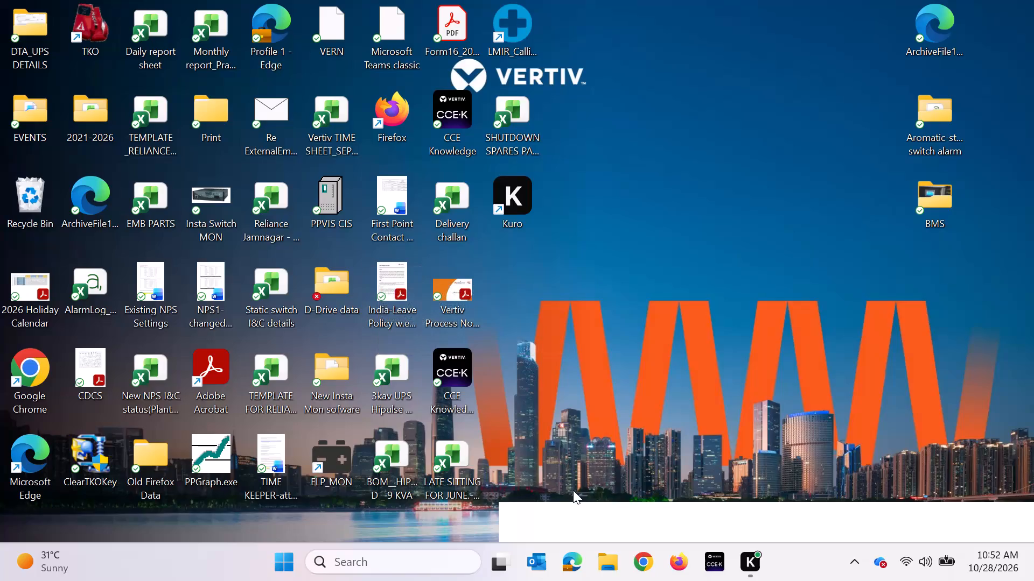
Switch from the desktop to the web by launching the Google Chrome browser.
{"action": "left_click", "coordinate": [648, 560]}
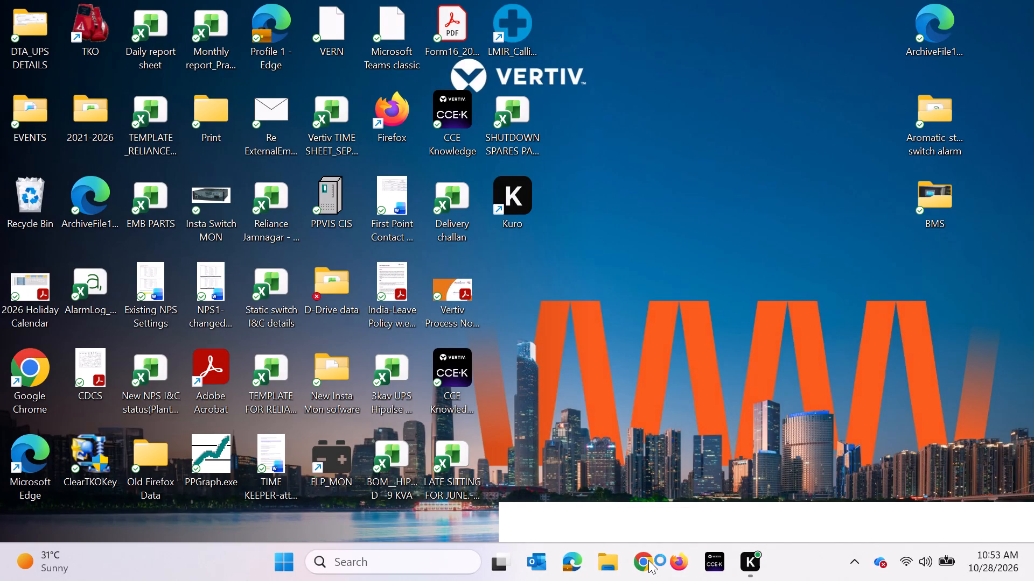